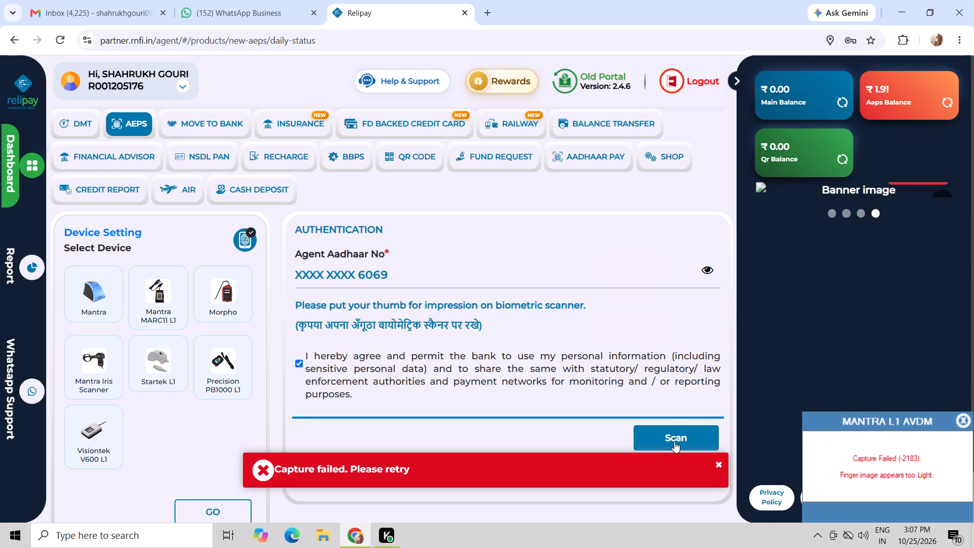
Dismiss the failed-capture notification on the AEPS authentication form.
click(722, 467)
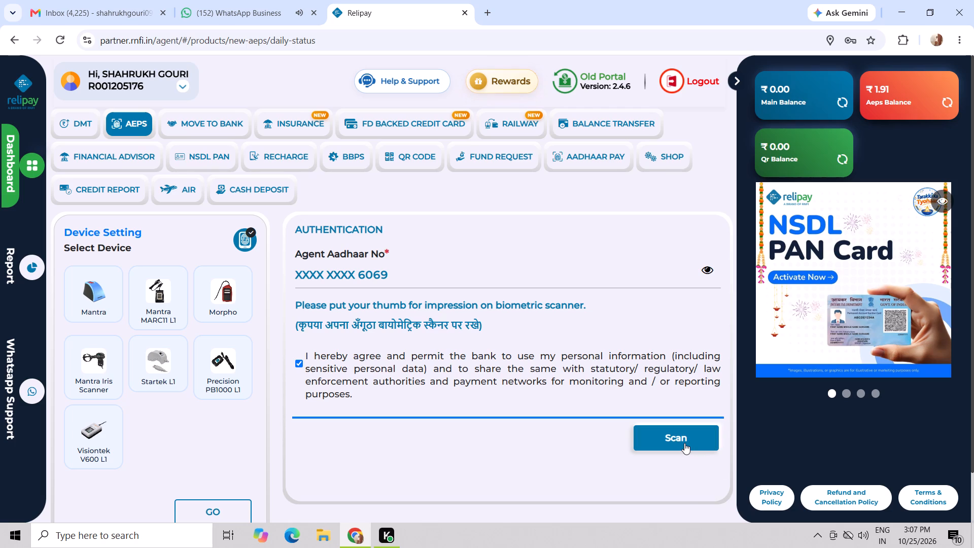
Clear the Agent Aadhaar No field in the AEPS authentication form and enter the agent's Aadhaar number anew.
double_click(407, 286)
click(407, 286)
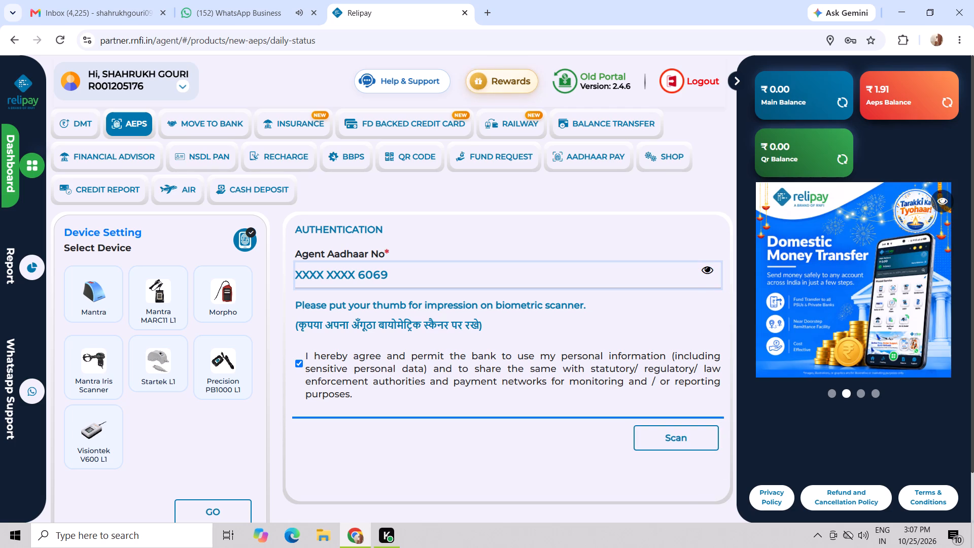
click(628, 262)
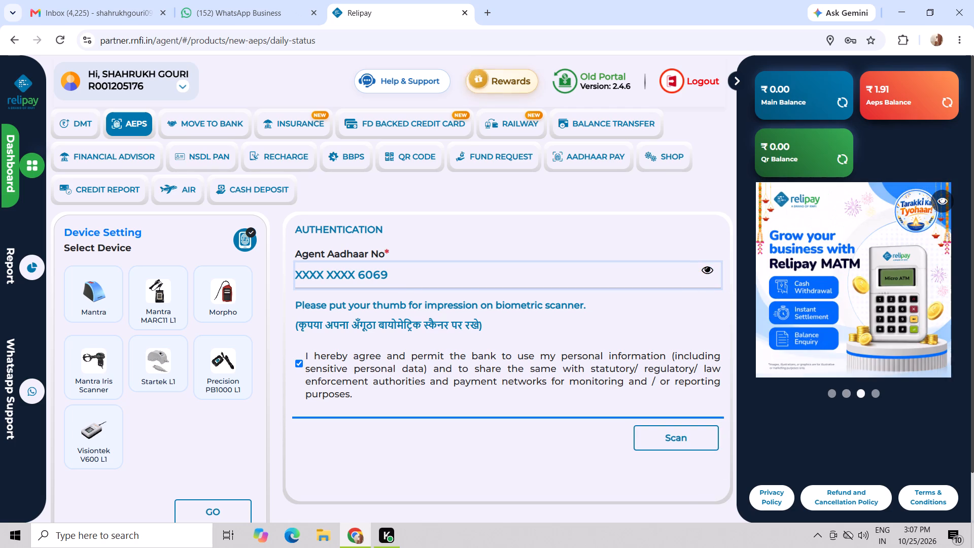
key(BackSpace)
key(BackSpace)
key(BackSpace)
key(BackSpace)
key(BackSpace)
key(BackSpace)
key(BackSpace)
key(BackSpace)
key(BackSpace)
key(BackSpace)
key(BackSpace)
key(BackSpace)
key(BackSpace)
key(BackSpace)
key(BackSpace)
key(BackSpace)
key(BackSpace)
key(BackSpace)
key(BackSpace)
key(BackSpace)
key(BackSpace)
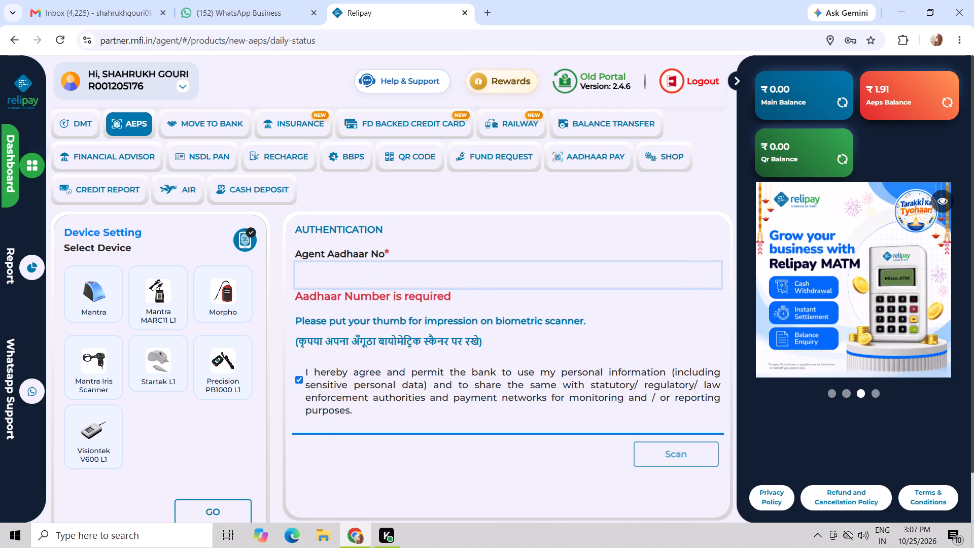
key(8)
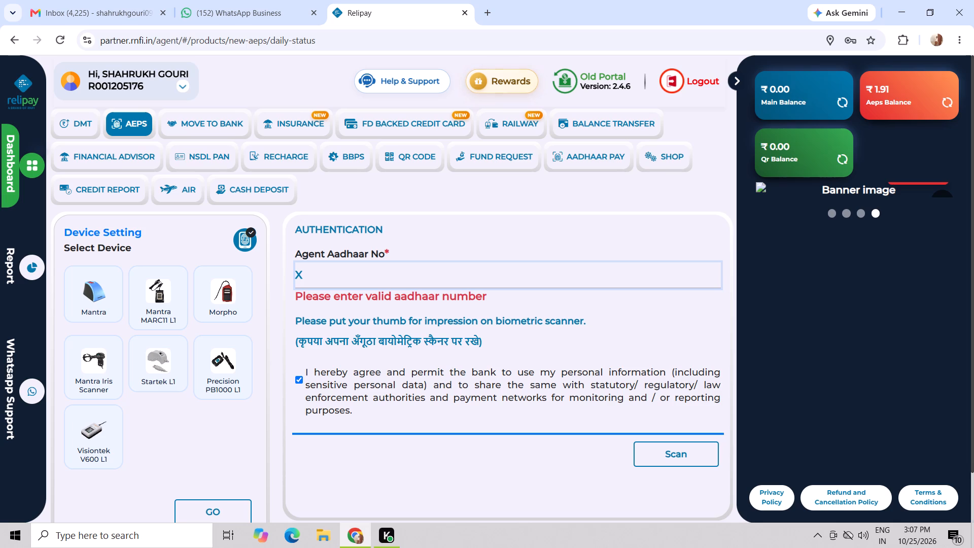
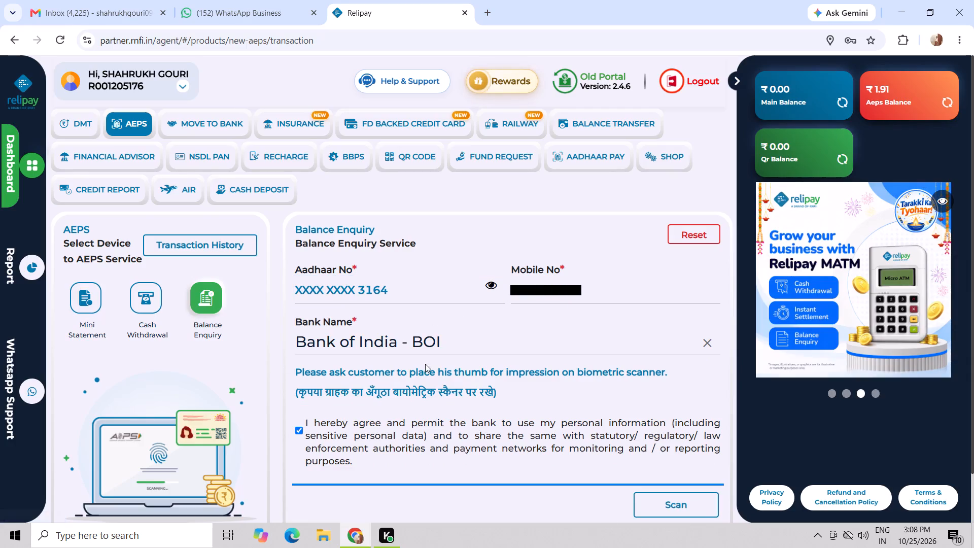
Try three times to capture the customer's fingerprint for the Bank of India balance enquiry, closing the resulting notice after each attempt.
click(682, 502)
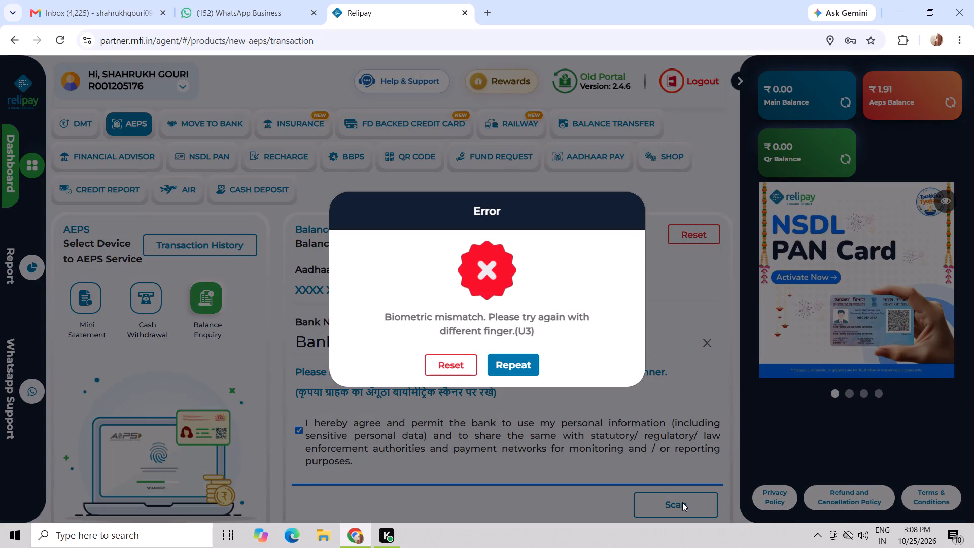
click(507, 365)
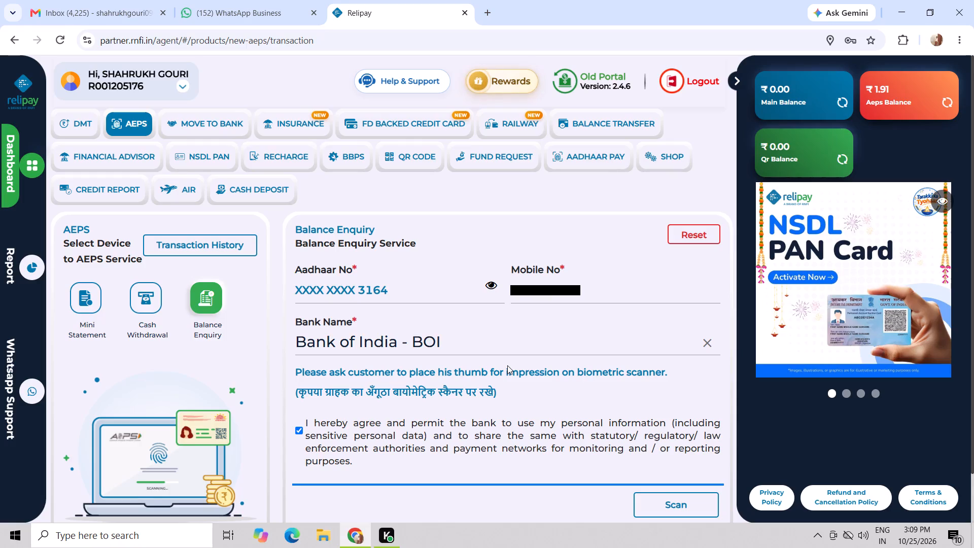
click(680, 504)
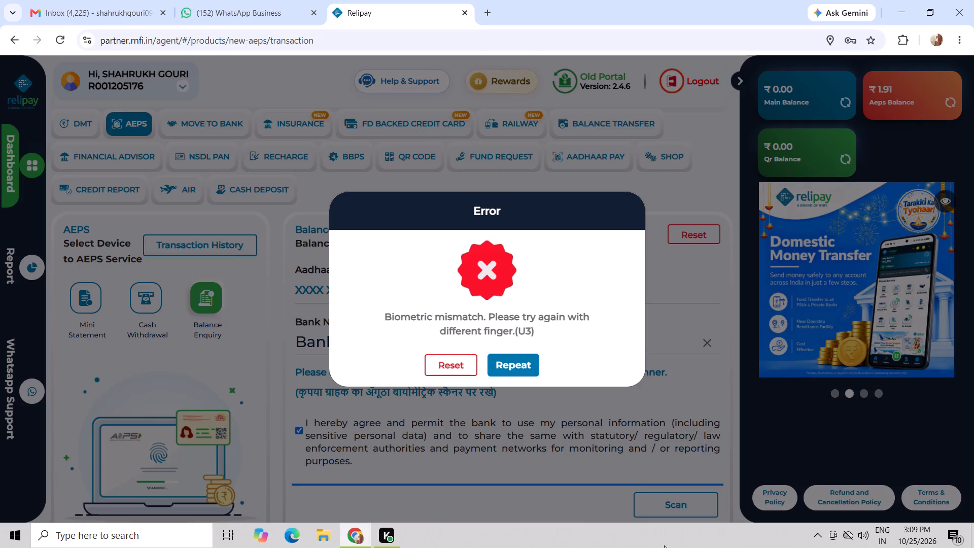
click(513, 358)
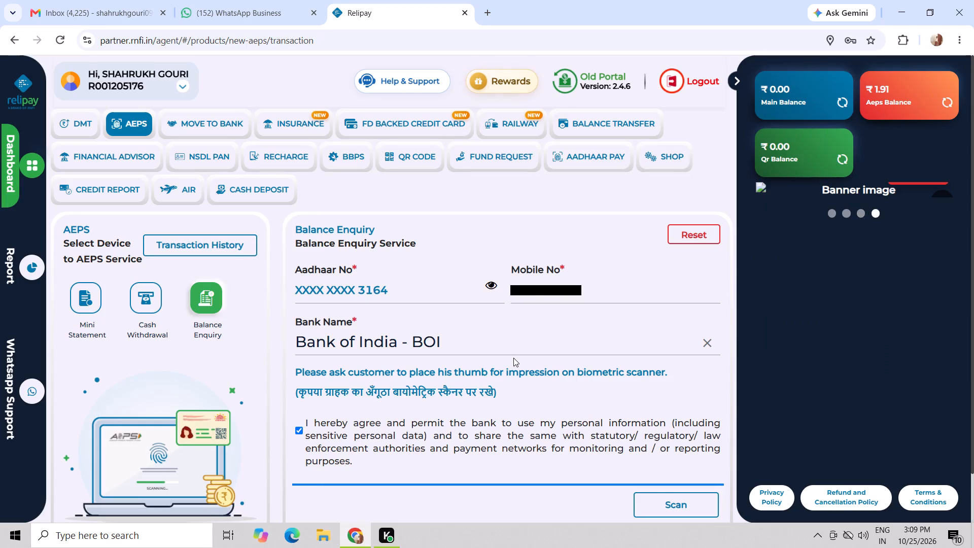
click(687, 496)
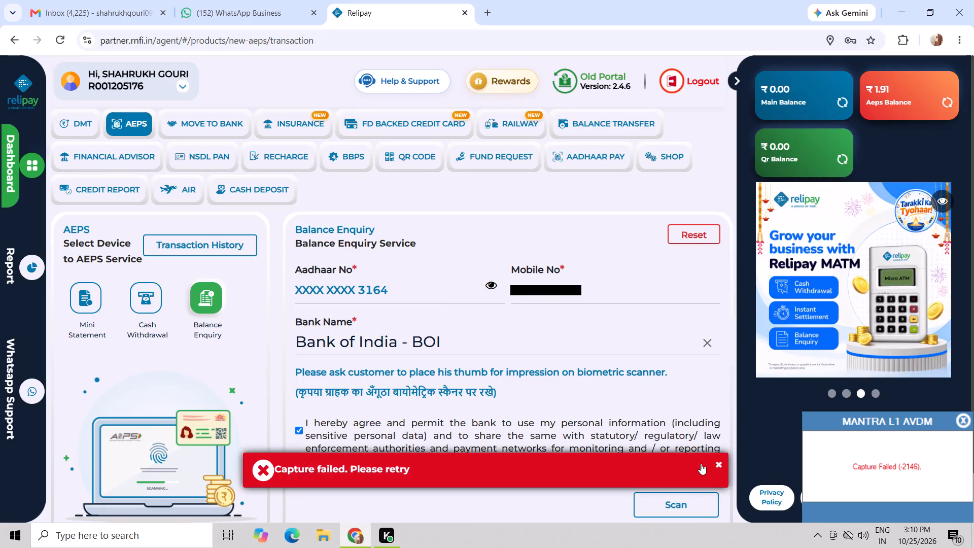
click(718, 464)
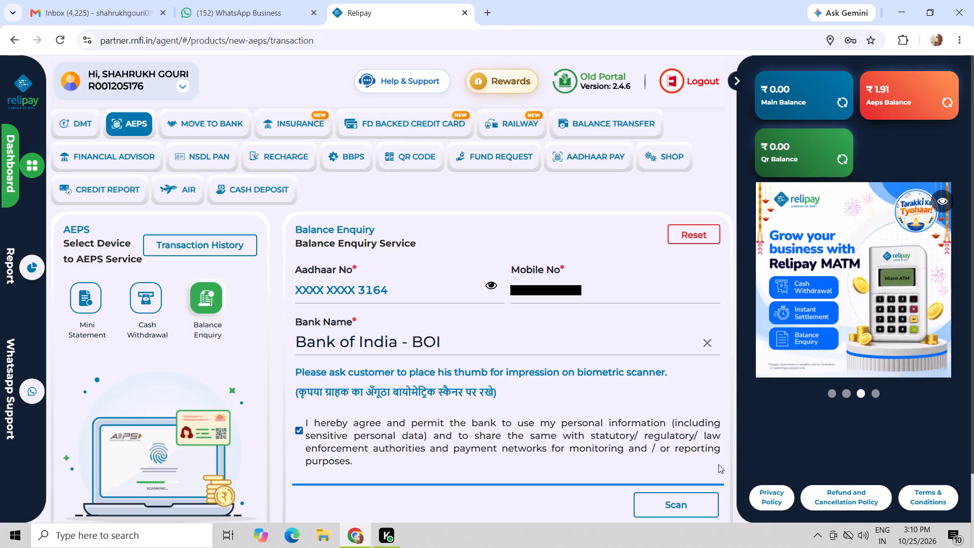
Start another biometric capture of the customer's fingerprint for the Bank of India balance enquiry.
click(679, 511)
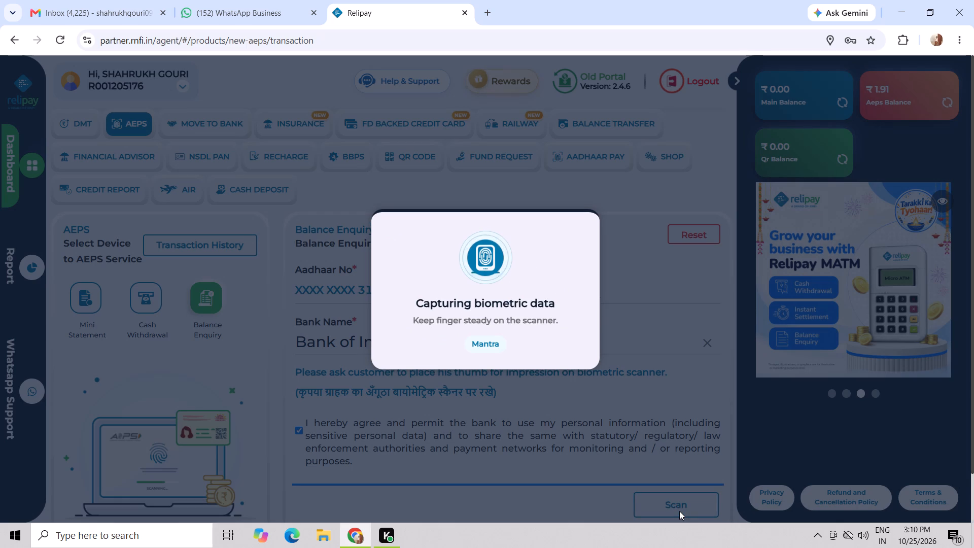
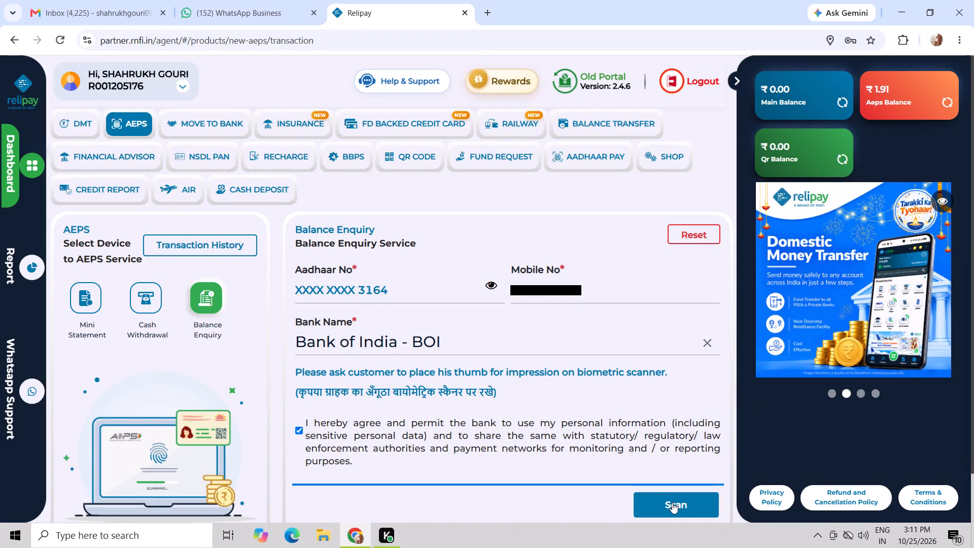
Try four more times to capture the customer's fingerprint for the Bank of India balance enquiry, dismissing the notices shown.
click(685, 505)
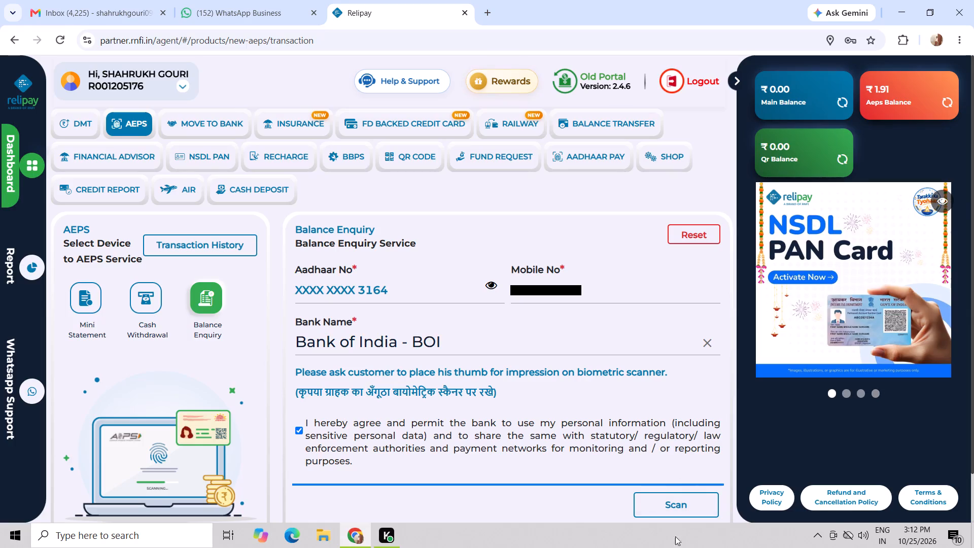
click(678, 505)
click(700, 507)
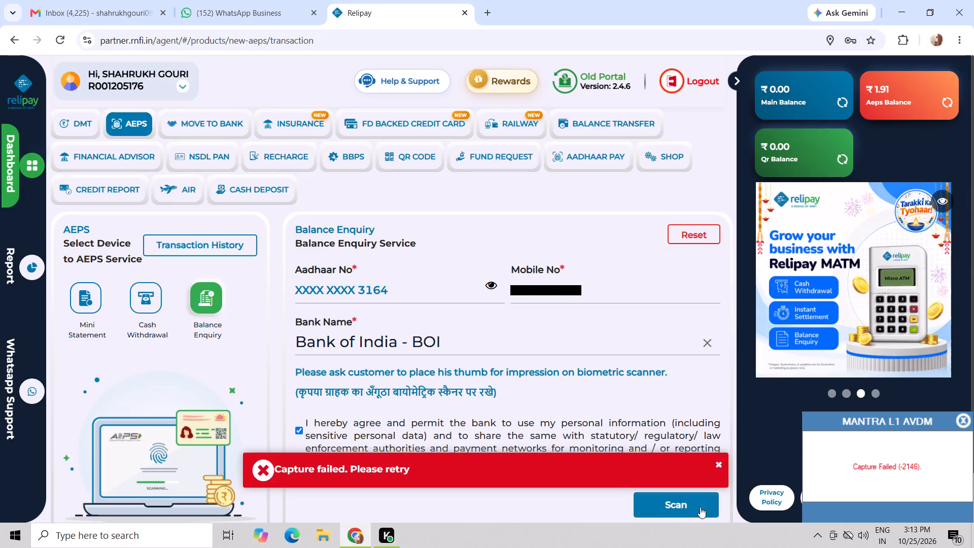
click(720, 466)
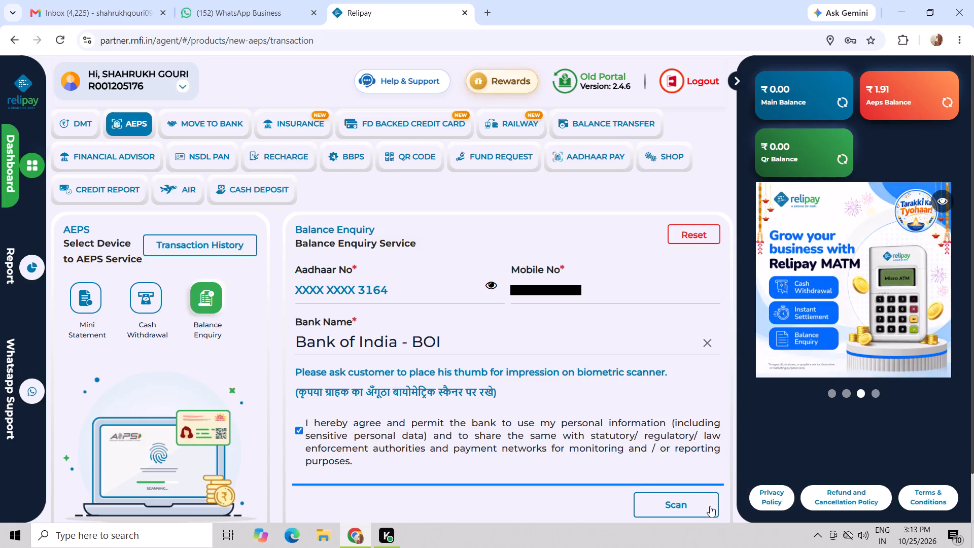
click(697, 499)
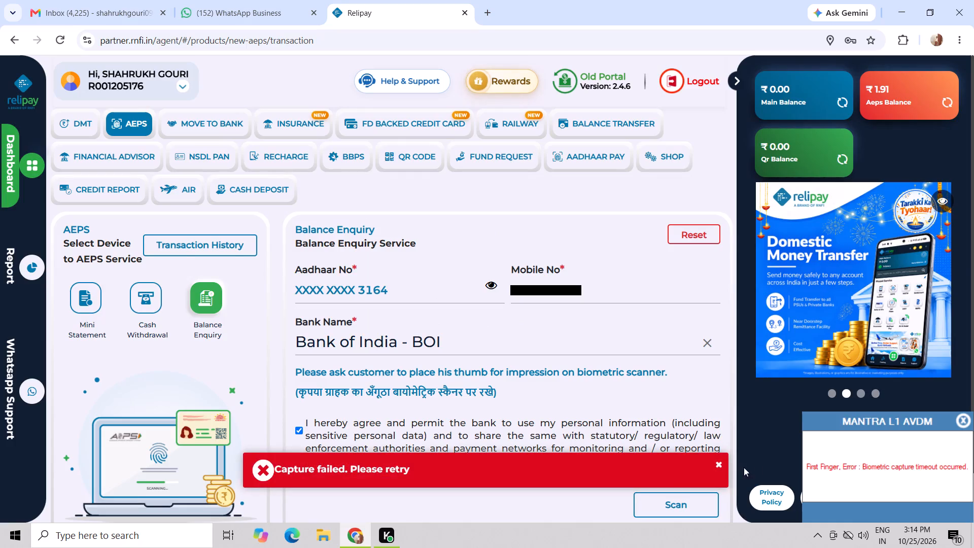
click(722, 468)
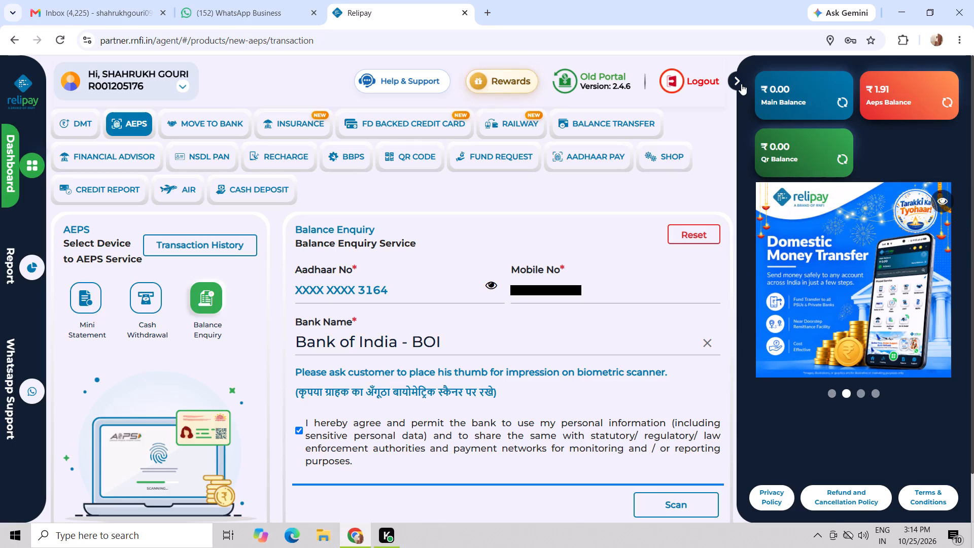
Restart the AEPS service and find Bank of India - BOI with "boi" to select it as the service bank.
click(127, 122)
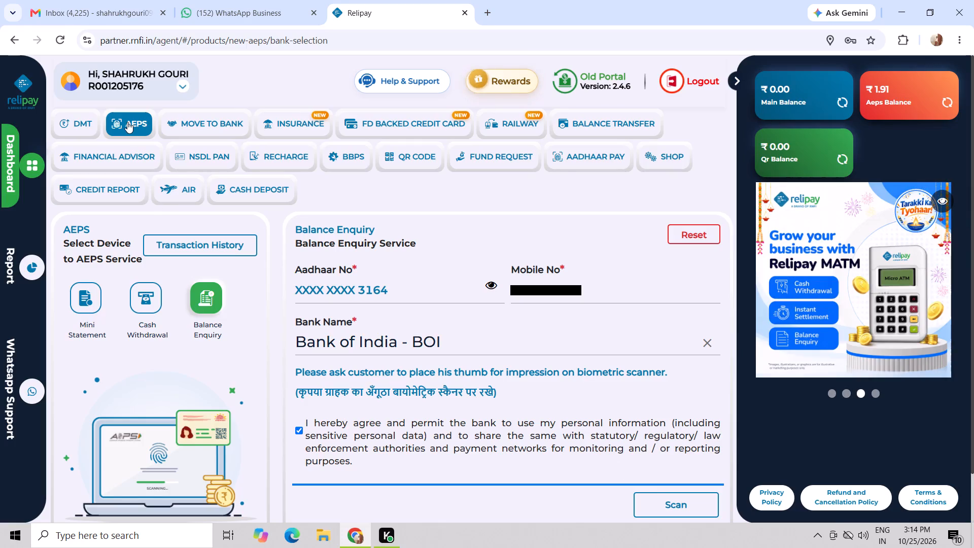
click(325, 281)
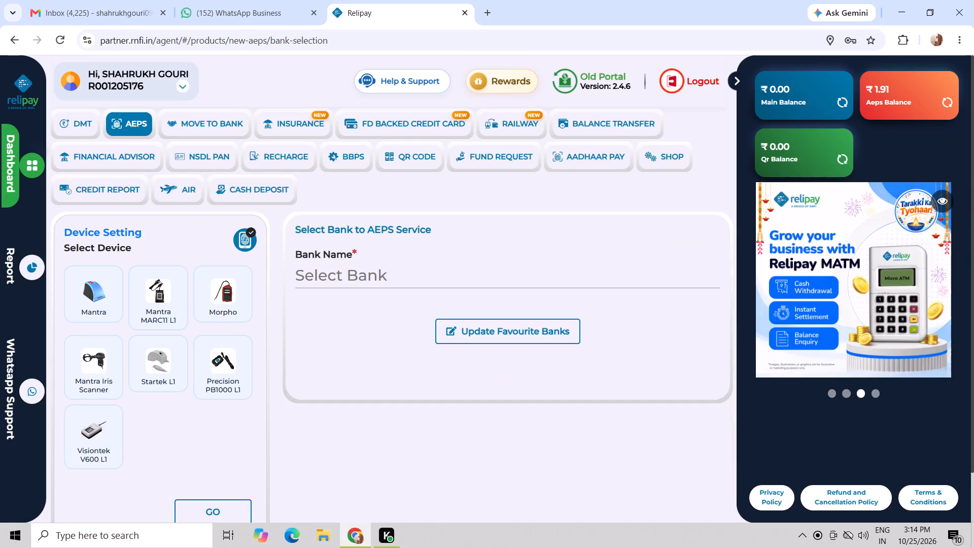
click(344, 281)
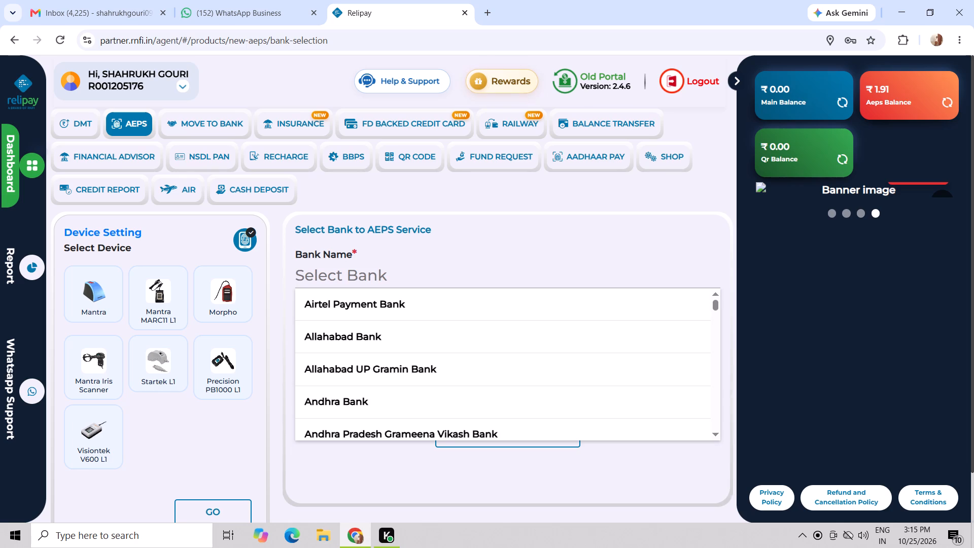
click(345, 276)
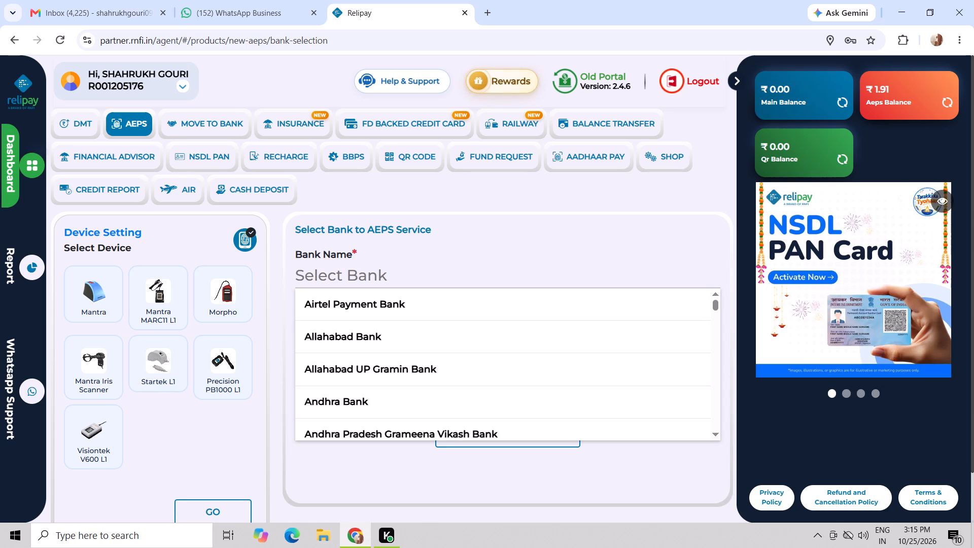
key(b)
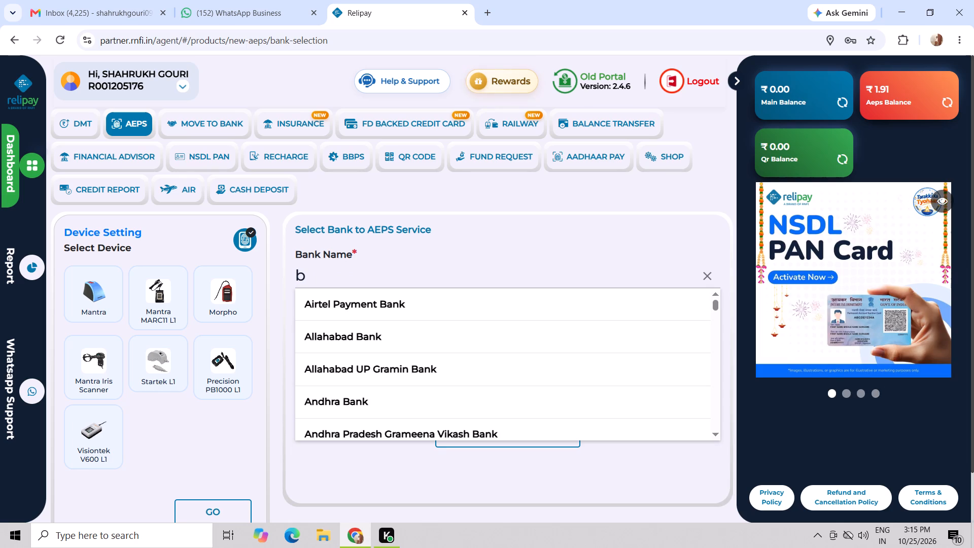
text(oi)
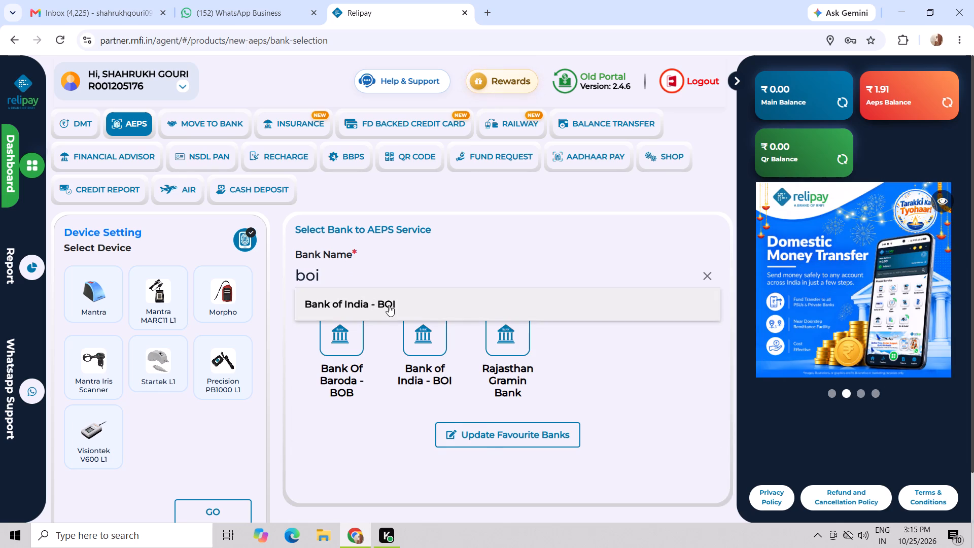
click(389, 305)
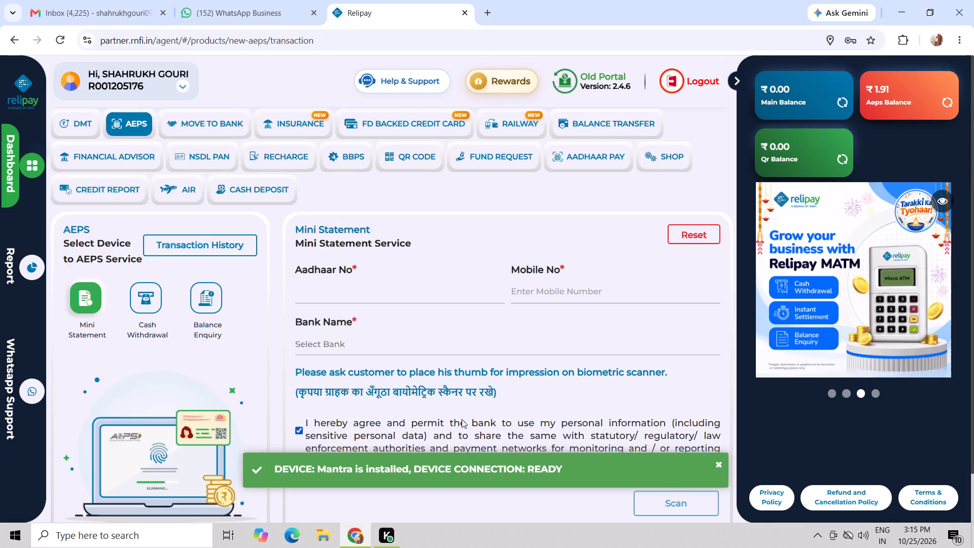
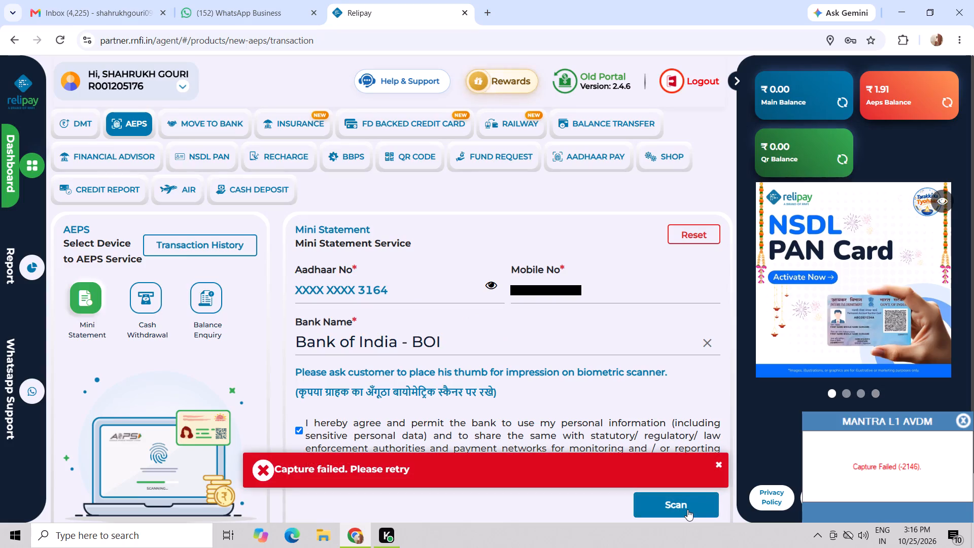
Switch the AEPS service to Cash Withdrawal, set the amount to 2500, and scan the customer's fingerprint to process the Bank of India withdrawal.
click(722, 466)
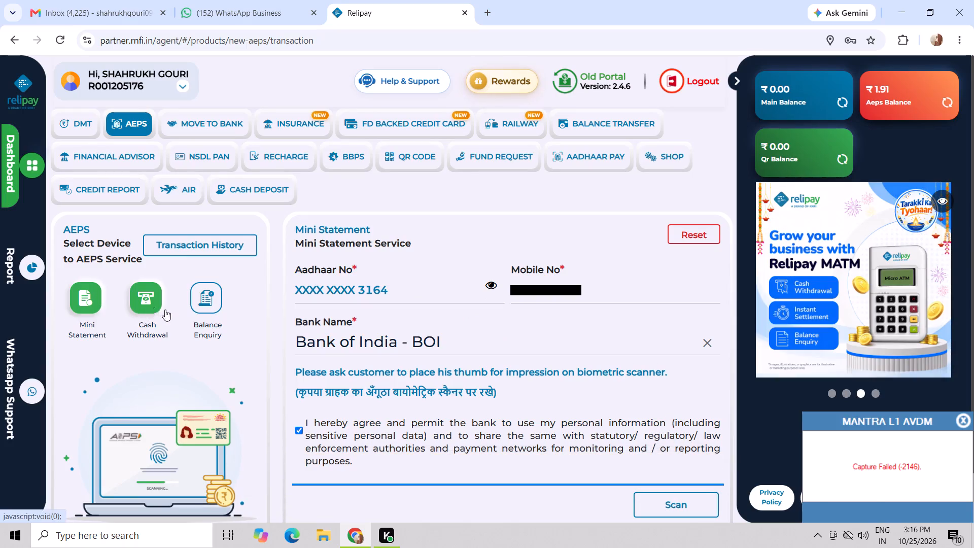
click(152, 304)
click(323, 350)
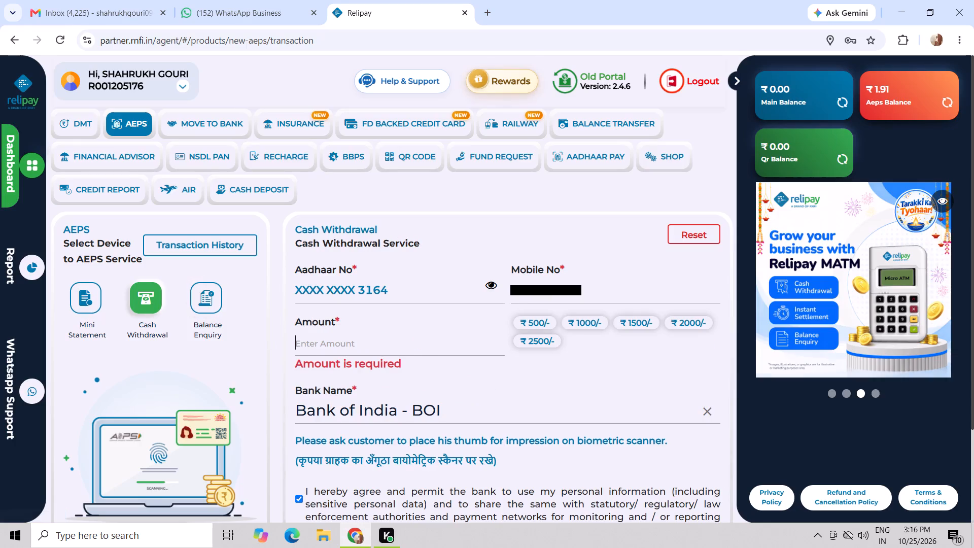
text(2500)
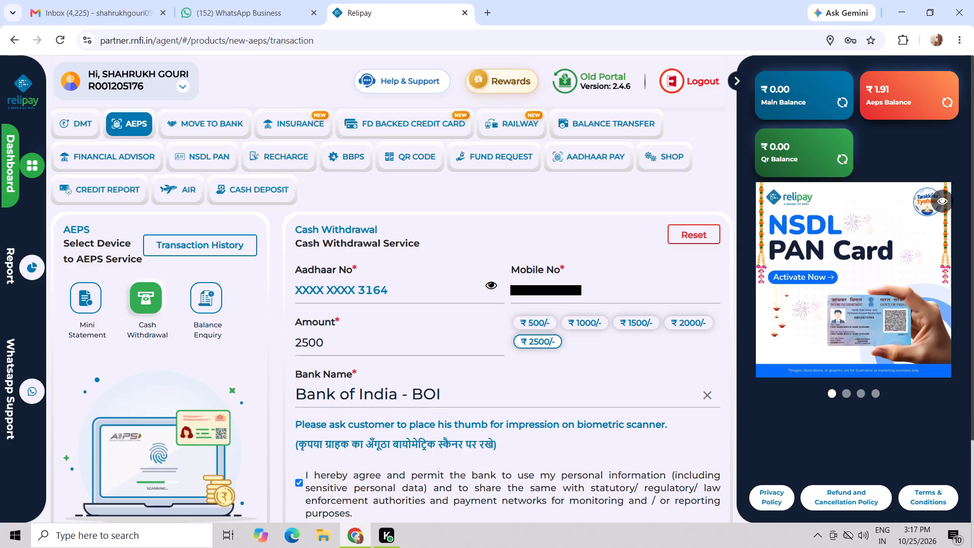
scroll(492, 380, down, 1)
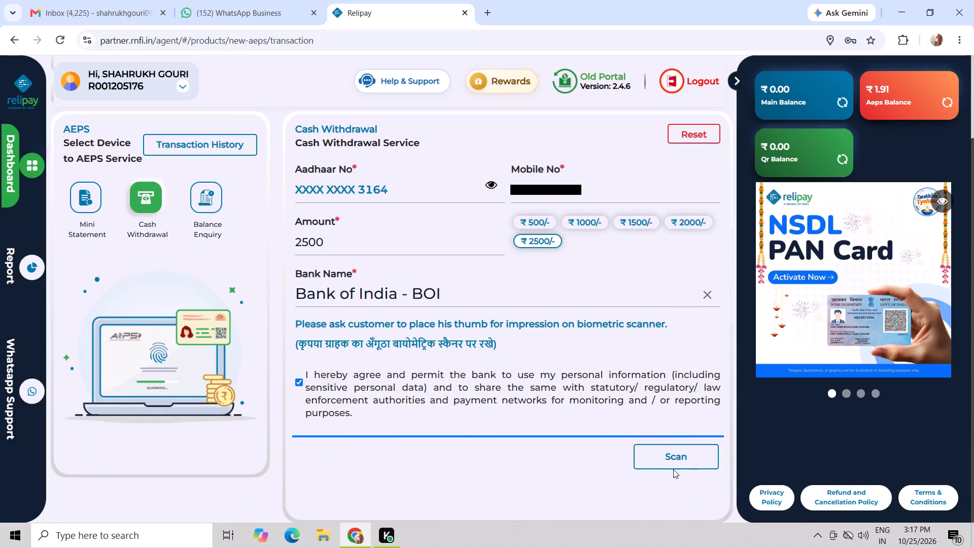
click(684, 458)
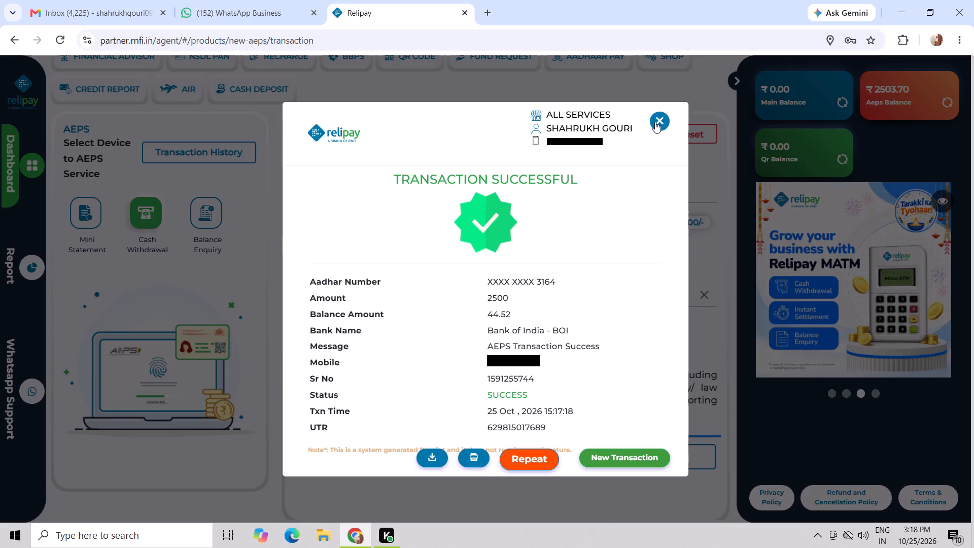
scroll(532, 354, down, 5)
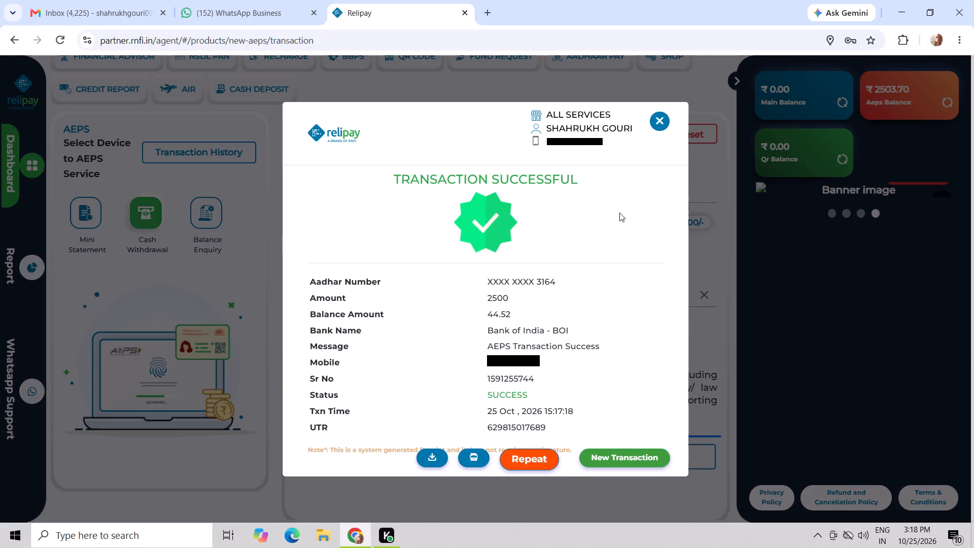
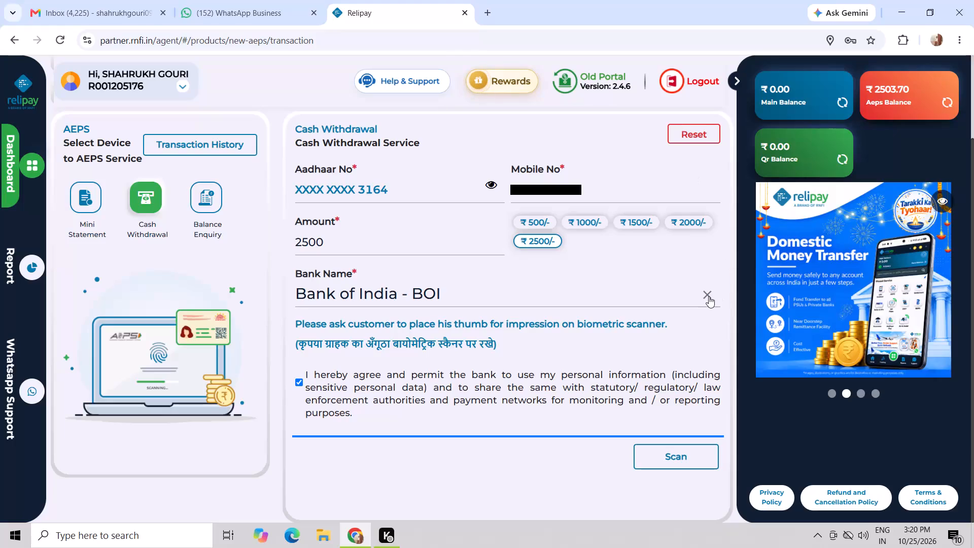
Clear Bank of India from the bank name in the cash withdrawal form and dismiss the bank list.
click(709, 296)
click(724, 251)
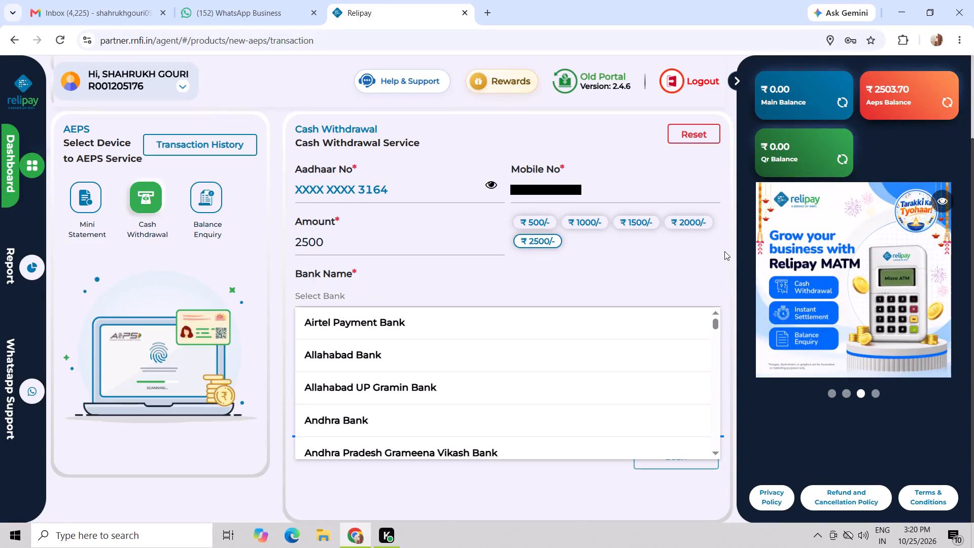
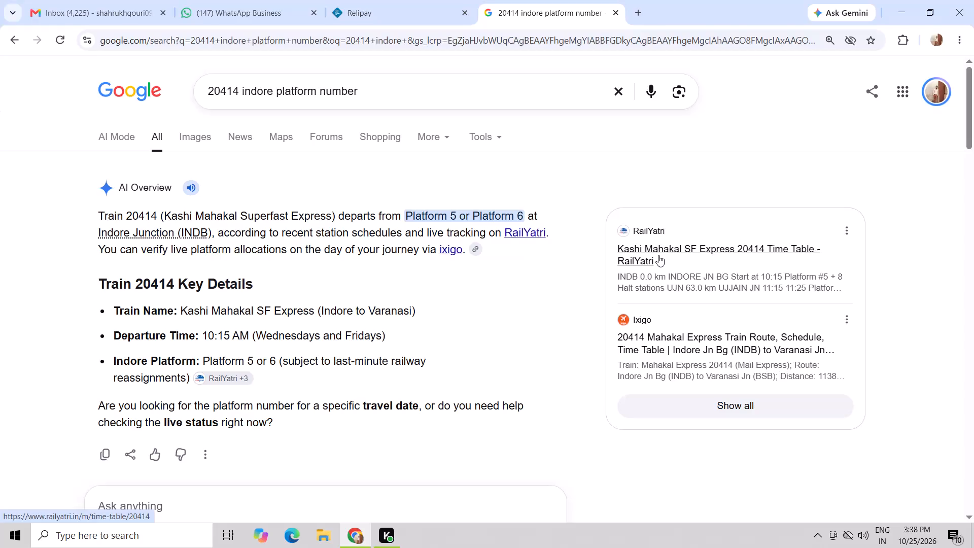
Switch from the train platform search results to the open Relipay portal page.
click(382, 26)
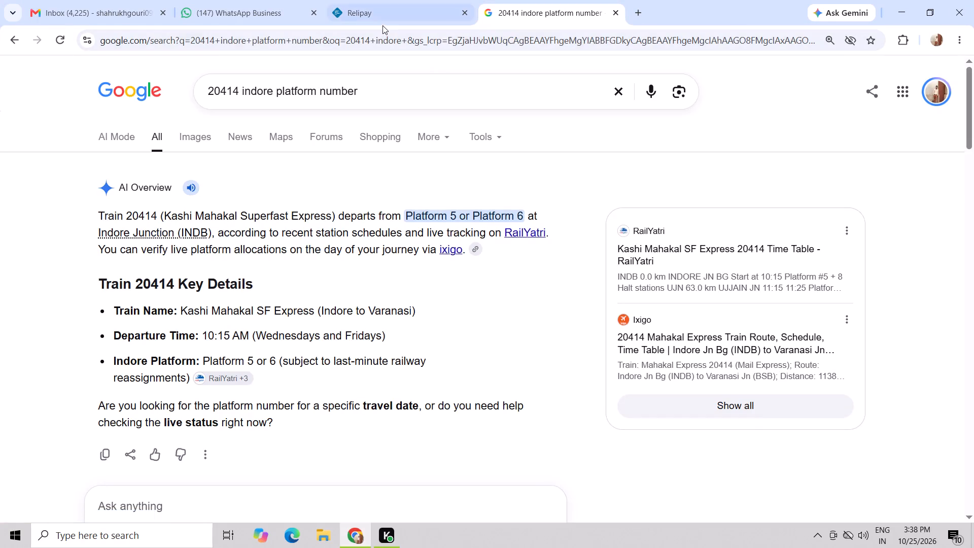